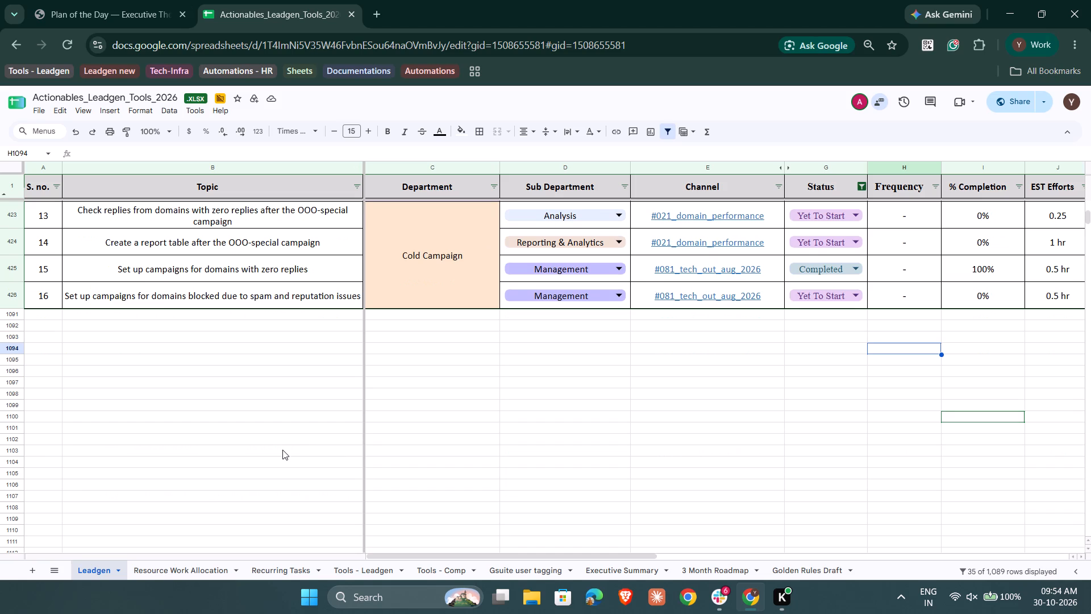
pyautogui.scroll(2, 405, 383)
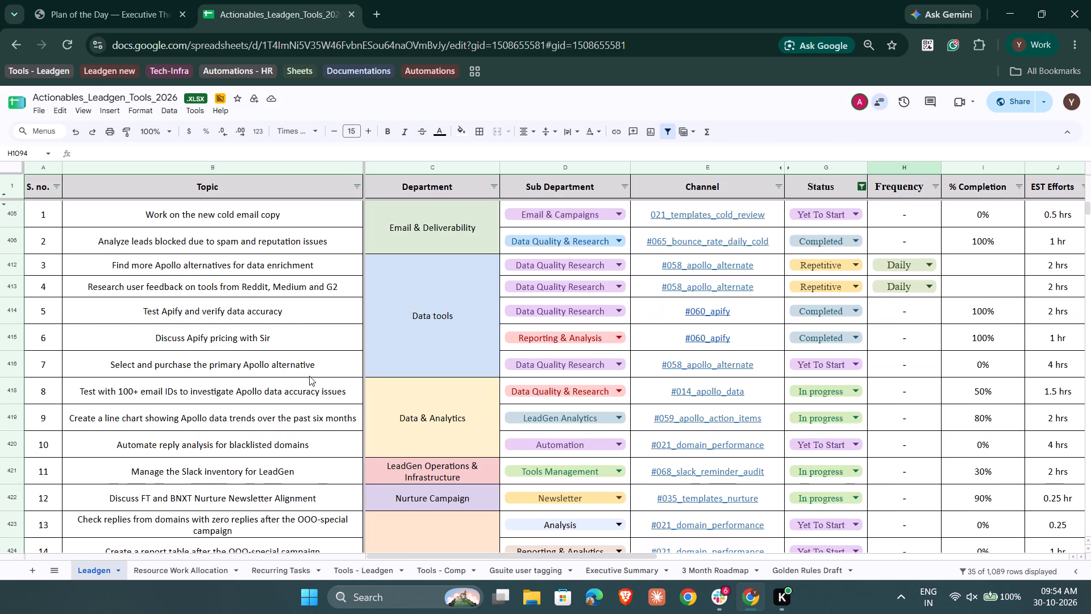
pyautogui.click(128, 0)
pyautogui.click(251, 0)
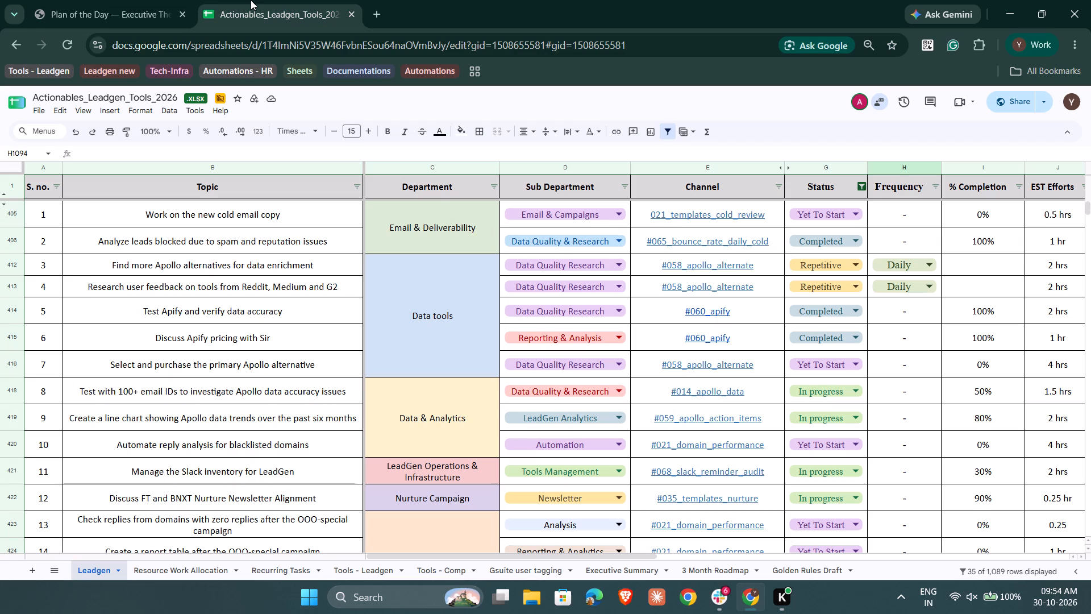
# Open the Target_Data_Master_tracker_2022 spreadsheet in a new browser tab and go to the tool rows in its Comparison Table sheet.
pyautogui.click(376, 16)
pyautogui.click(303, 48)
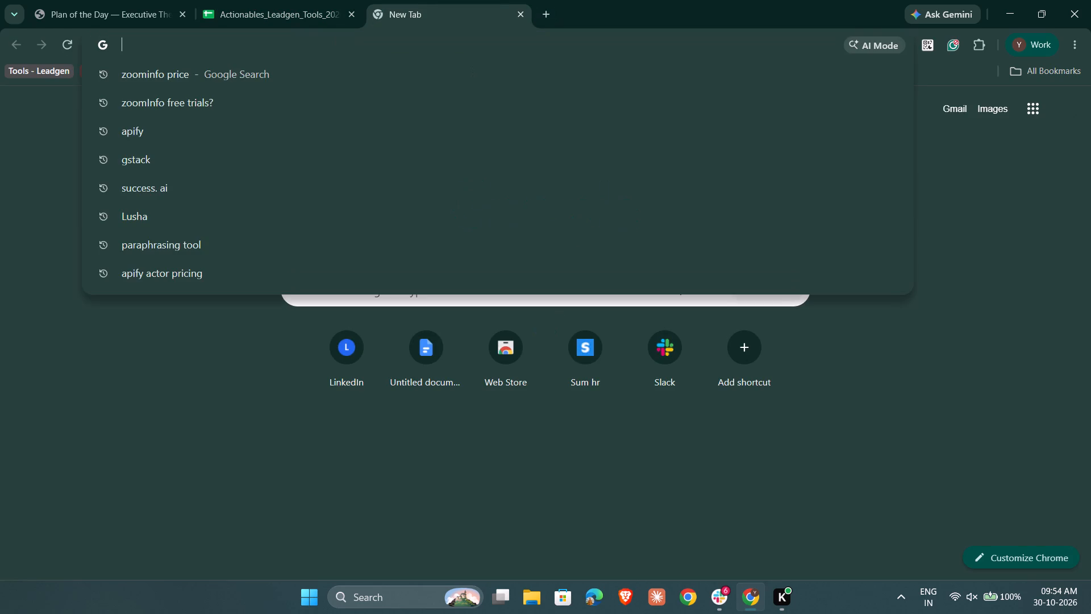
pyautogui.write('target')
pyautogui.press('Return')
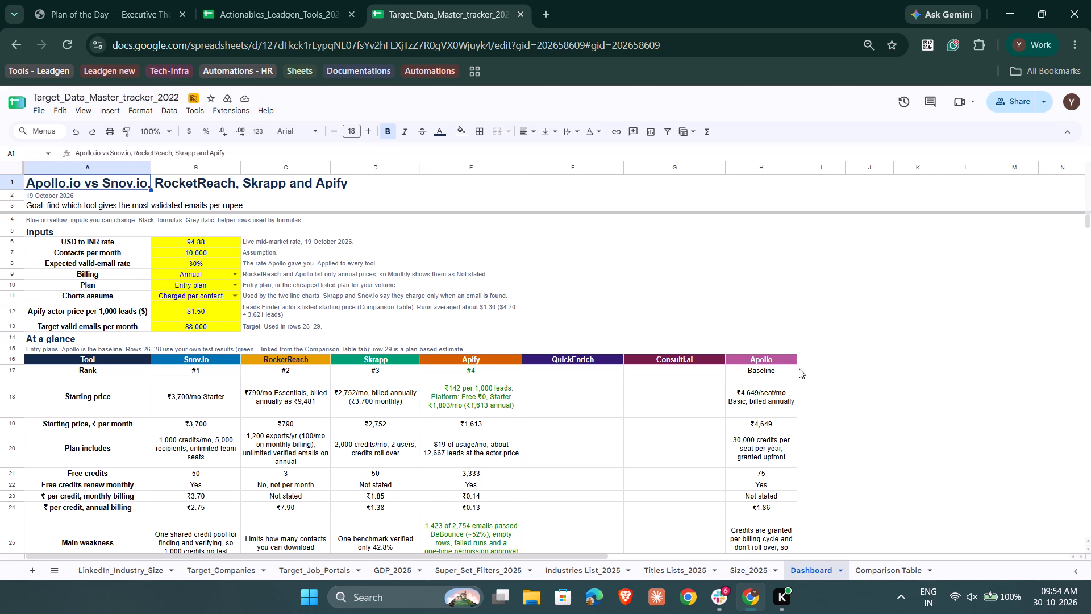
pyautogui.click(891, 575)
pyautogui.scroll(-1, 761, 459)
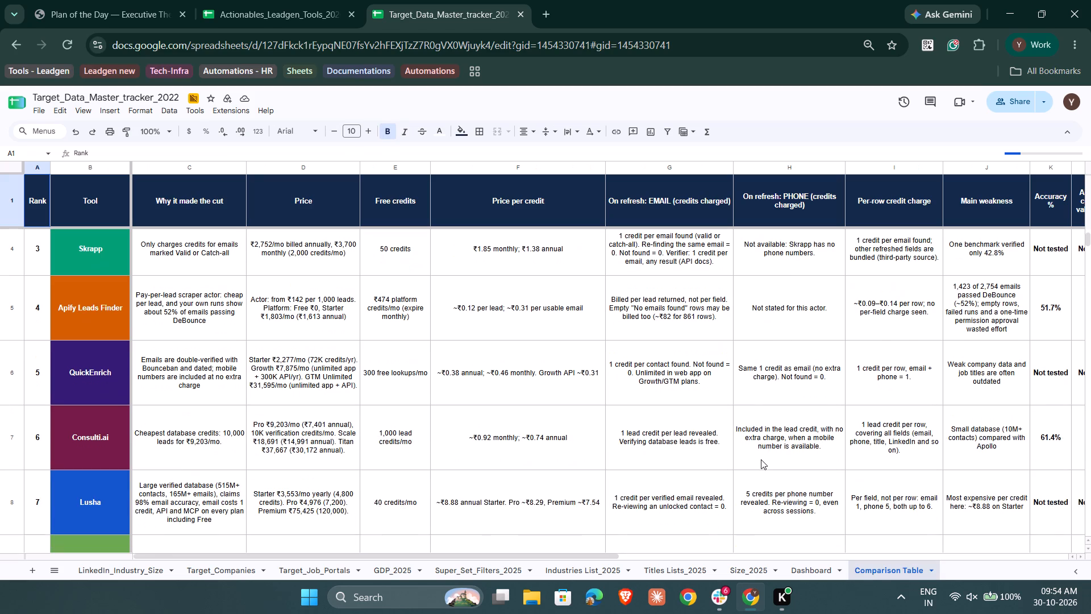
pyautogui.scroll(-1, 761, 459)
pyautogui.hscroll(-4, 761, 459)
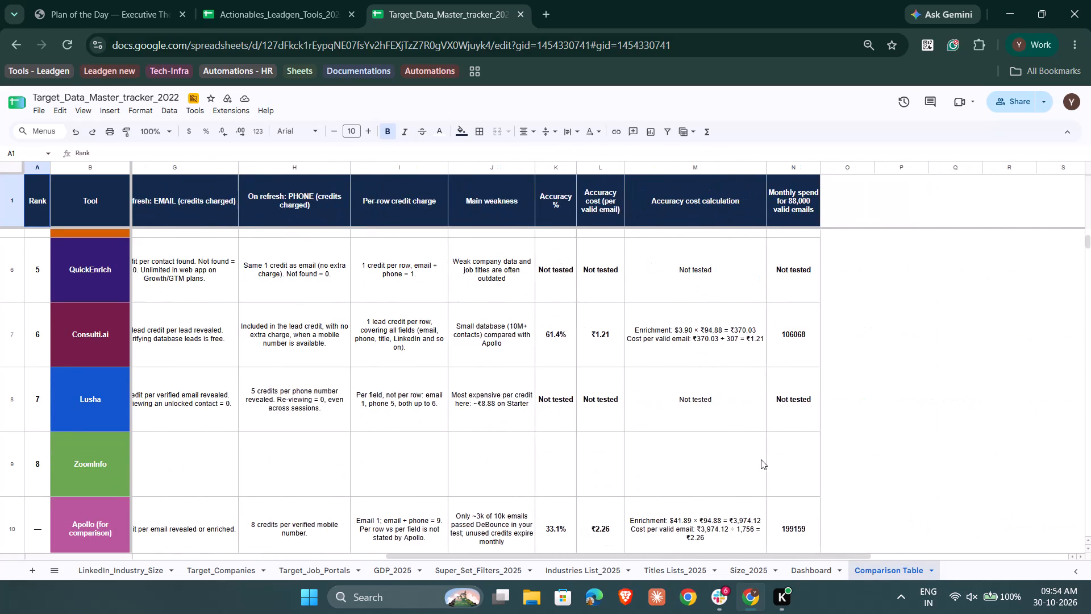
pyautogui.hscroll(-1, 761, 459)
pyautogui.hscroll(4, 761, 459)
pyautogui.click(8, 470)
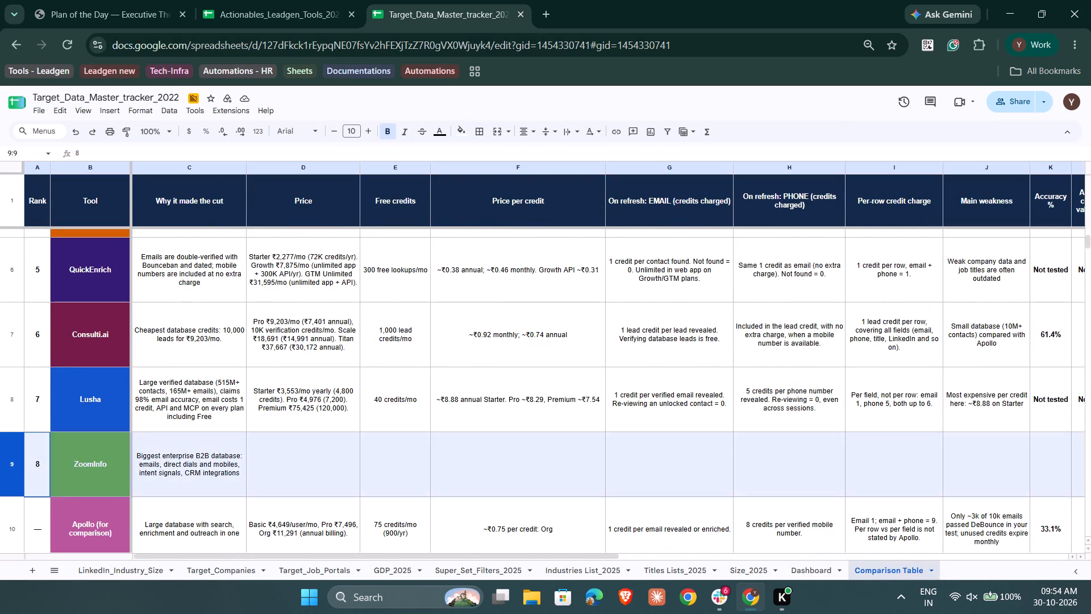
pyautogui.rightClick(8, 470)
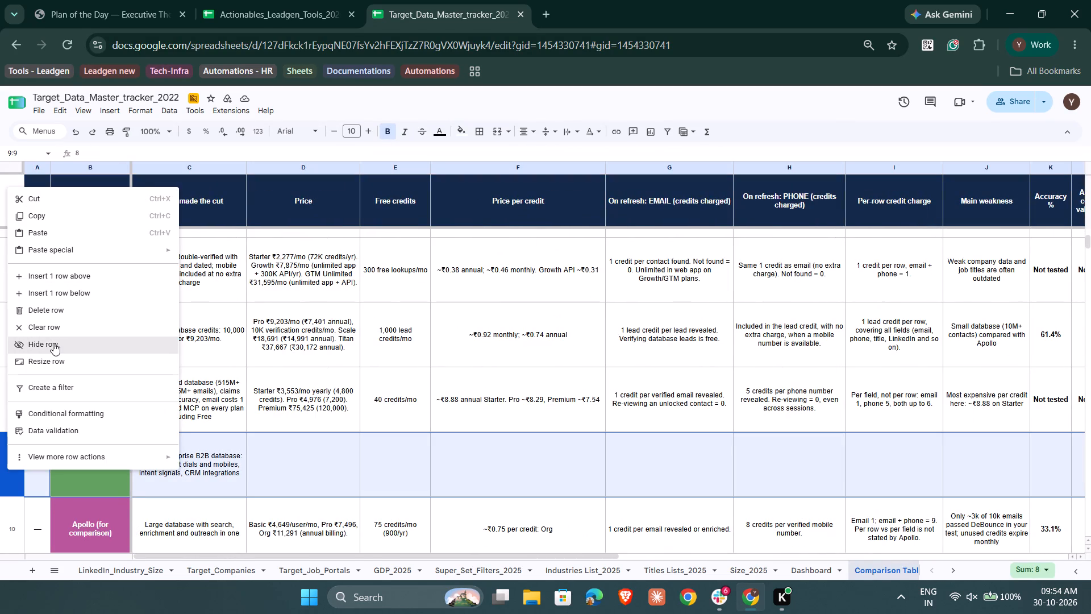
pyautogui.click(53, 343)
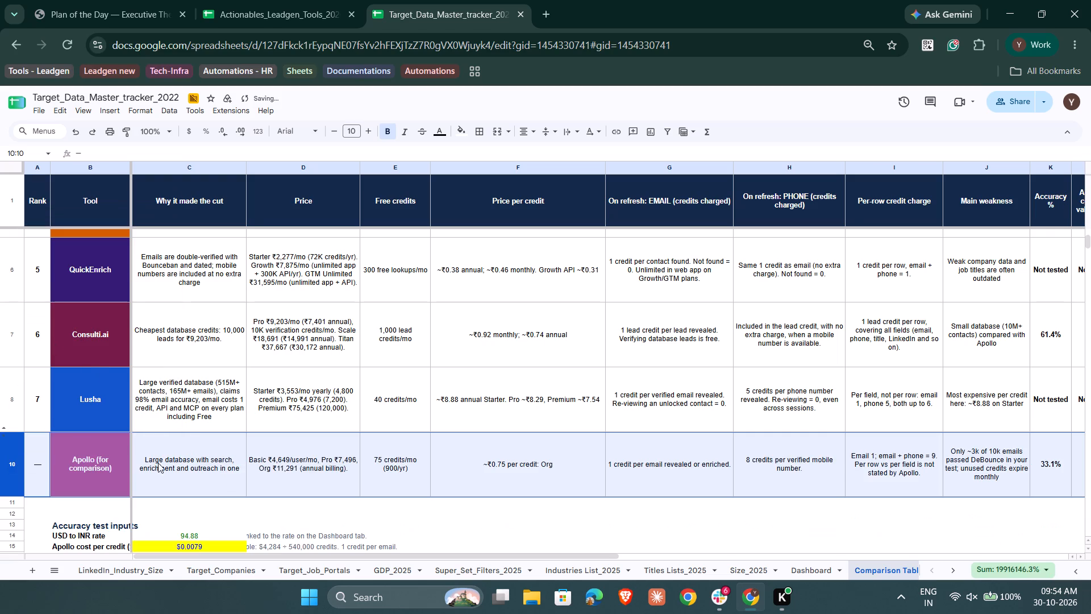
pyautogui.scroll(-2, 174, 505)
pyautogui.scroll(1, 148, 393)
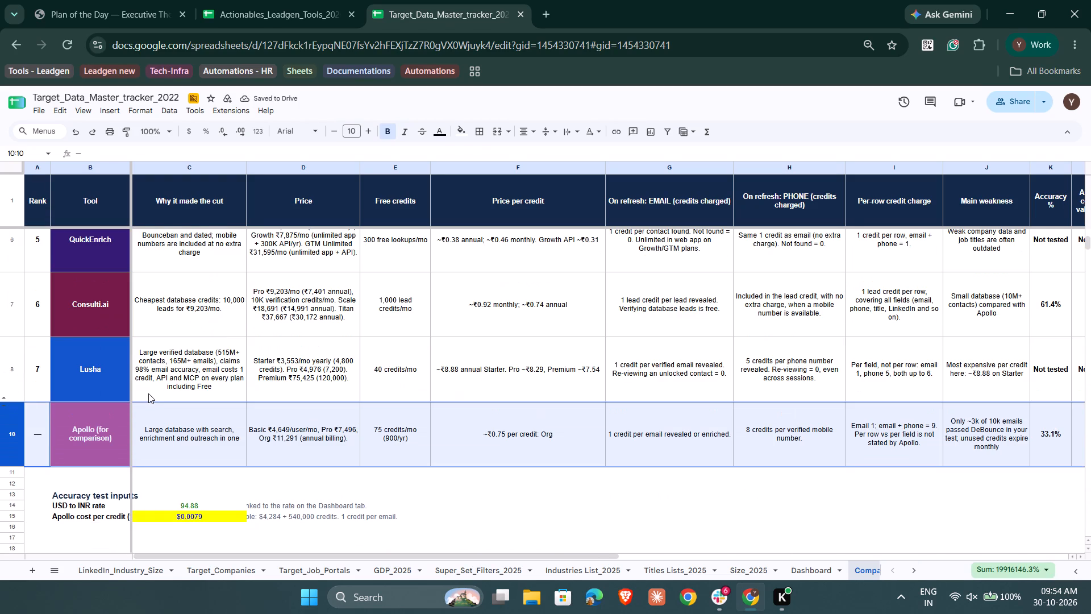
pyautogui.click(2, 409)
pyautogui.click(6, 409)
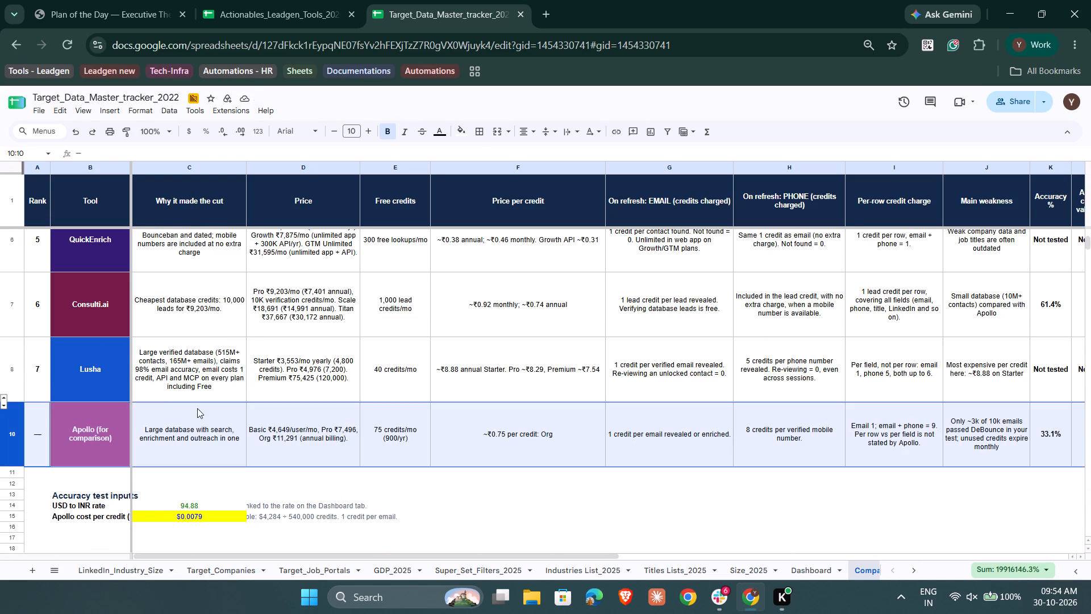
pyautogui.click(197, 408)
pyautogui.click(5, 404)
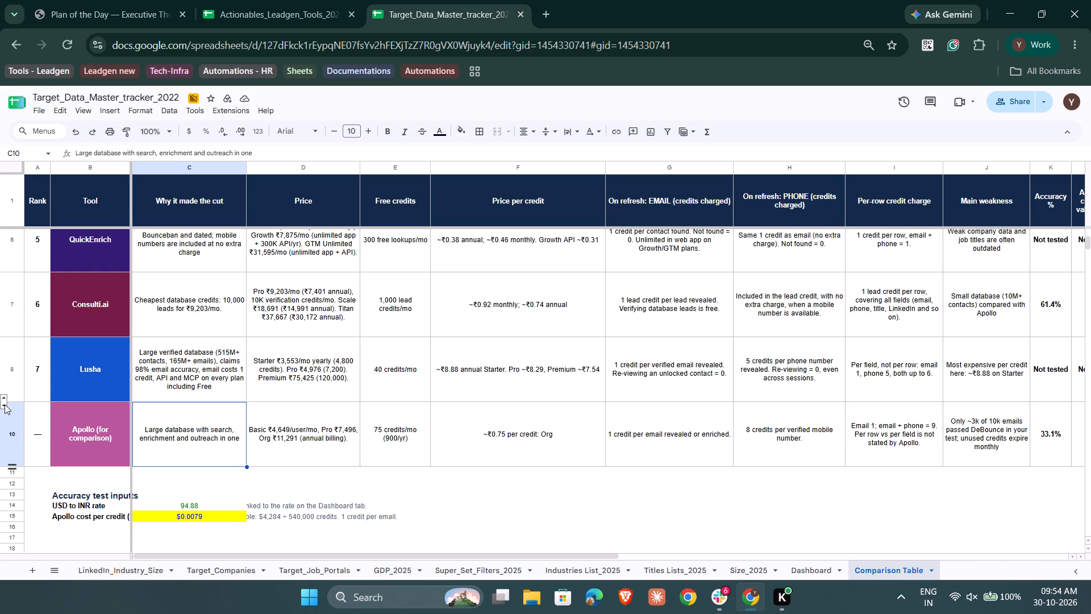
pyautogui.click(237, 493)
# Insert a new row below the ZoomInfo row in the Comparison Table and give it rank 9.
pyautogui.scroll(-1, 237, 493)
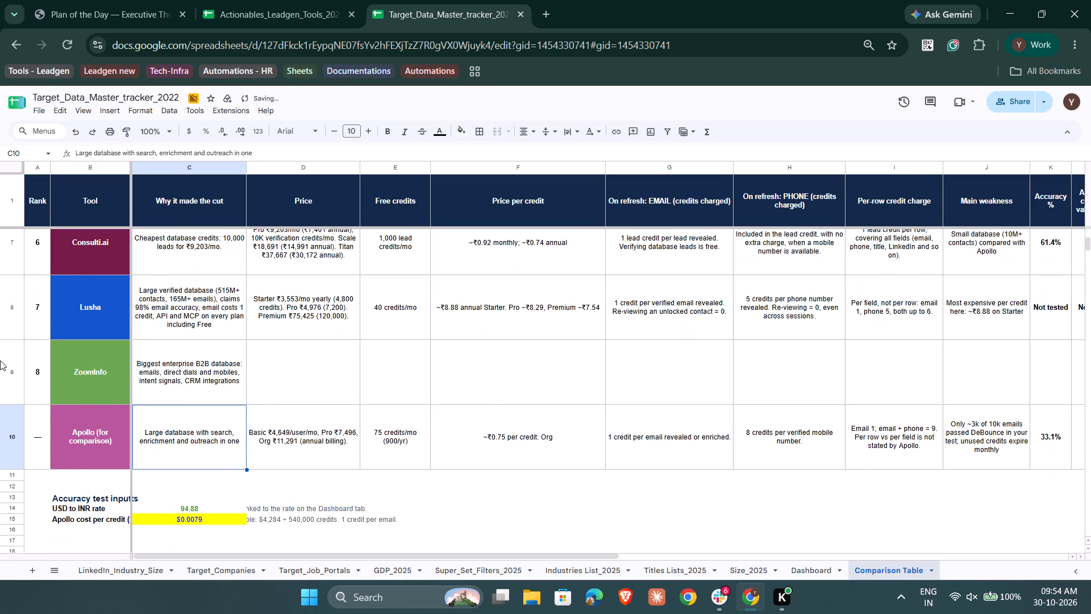
pyautogui.click(6, 368)
pyautogui.rightClick(6, 368)
pyautogui.click(85, 401)
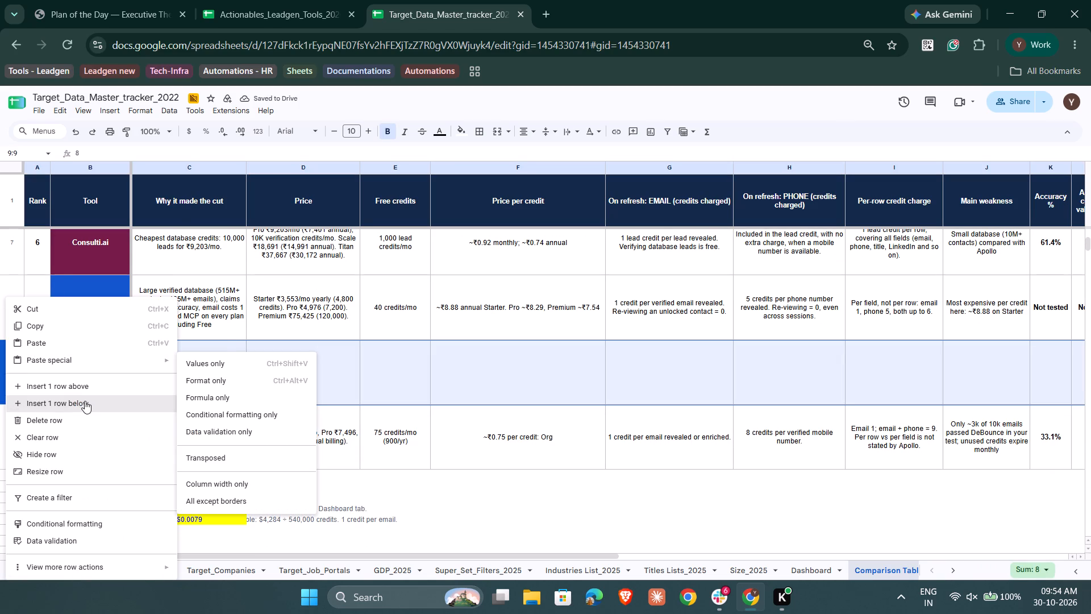
pyautogui.click(44, 444)
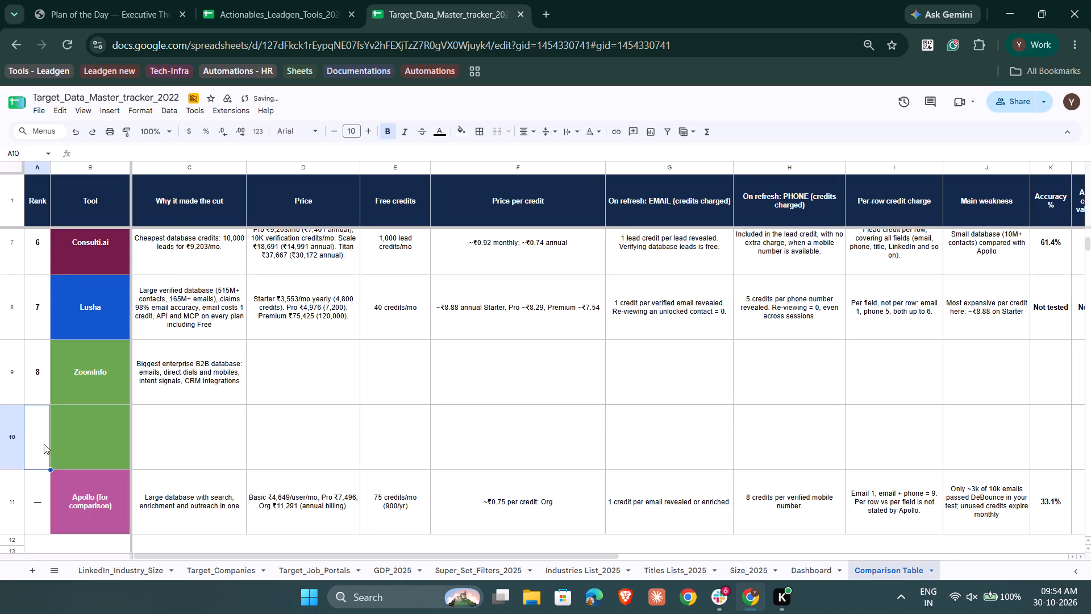
pyautogui.press('9')
pyautogui.press('Return')
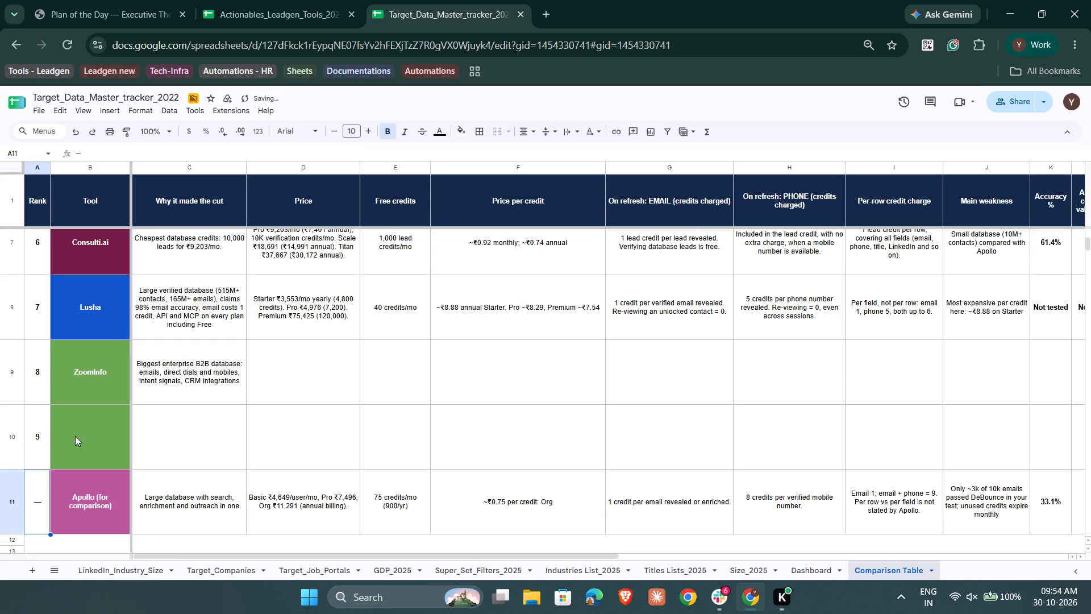
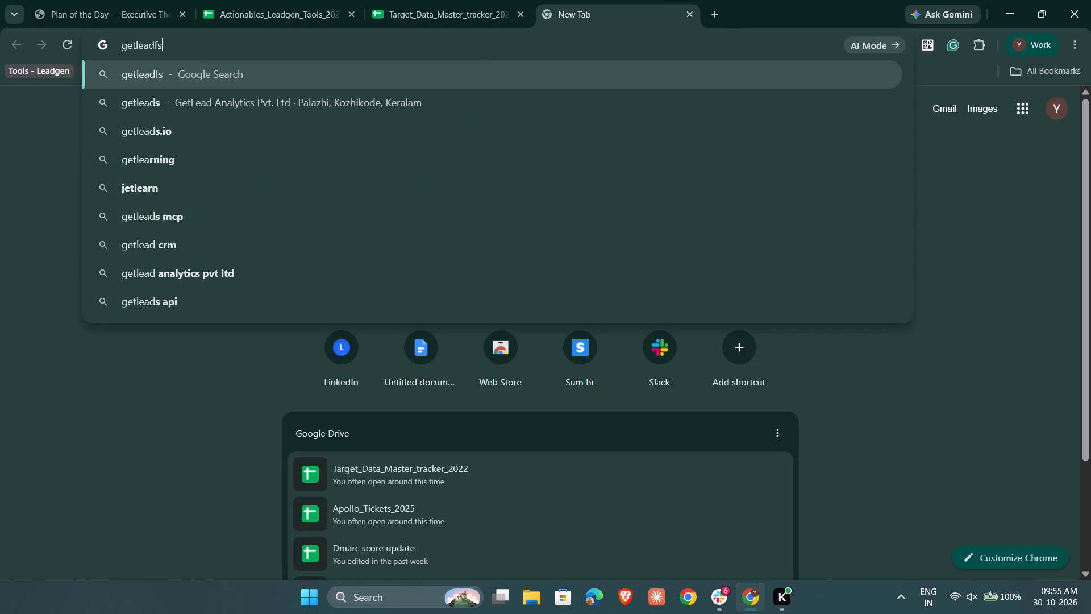
# Open the getleads.io website in the new browser tab.
pyautogui.press('BackSpace')
pyautogui.press('BackSpace')
pyautogui.write('s.io')
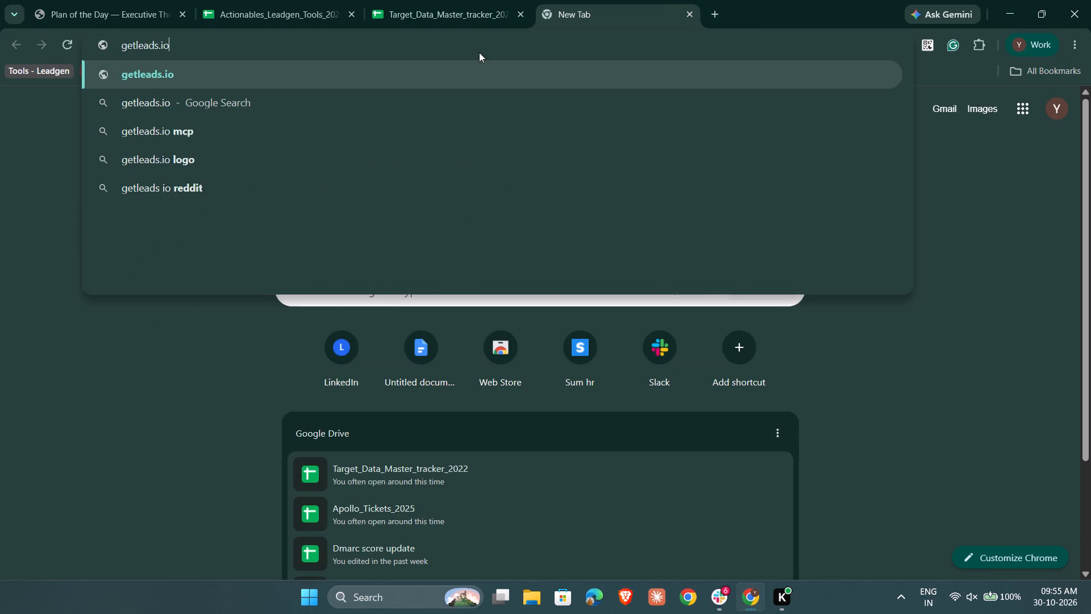
pyautogui.press('Return')
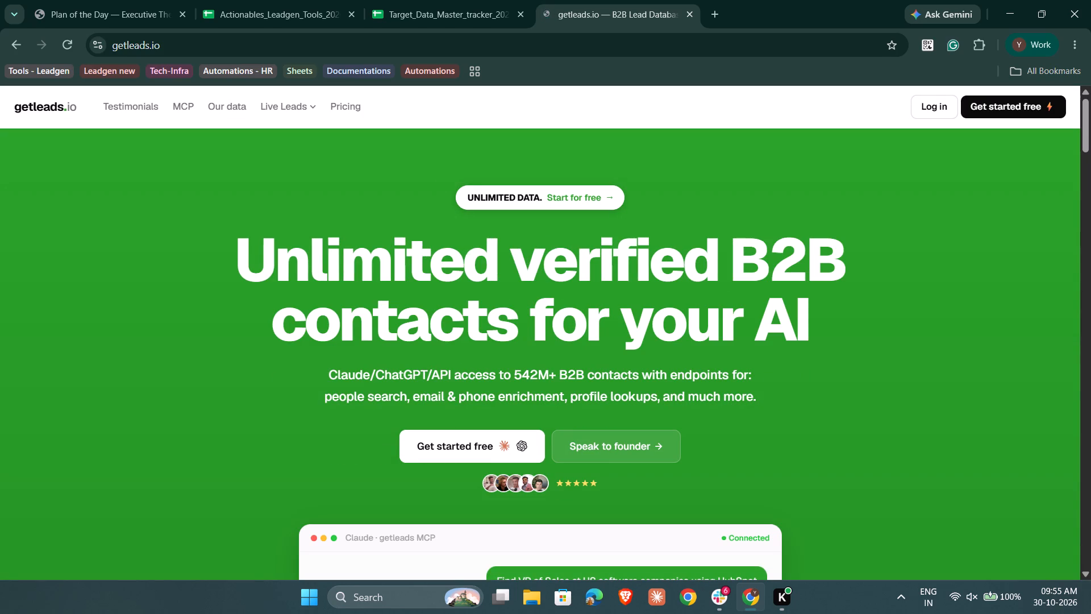
# Examine the getleads.io homepage, including its product pitch, the Live Leads offerings, the Claude MCP demo and the customer testimonials.
pyautogui.scroll(-2, 574, 320)
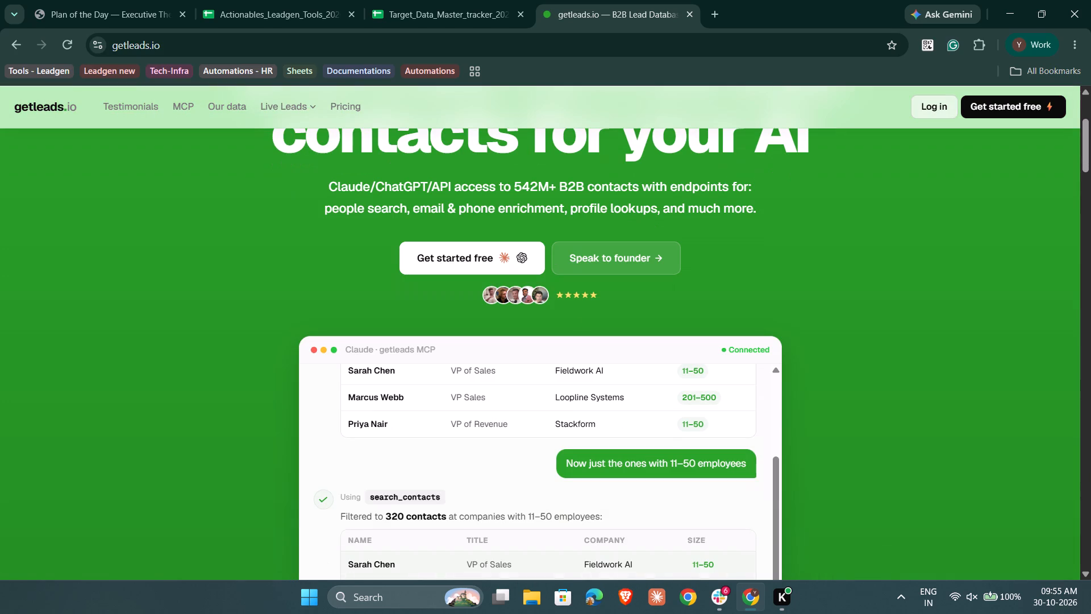
pyautogui.scroll(-3, 574, 320)
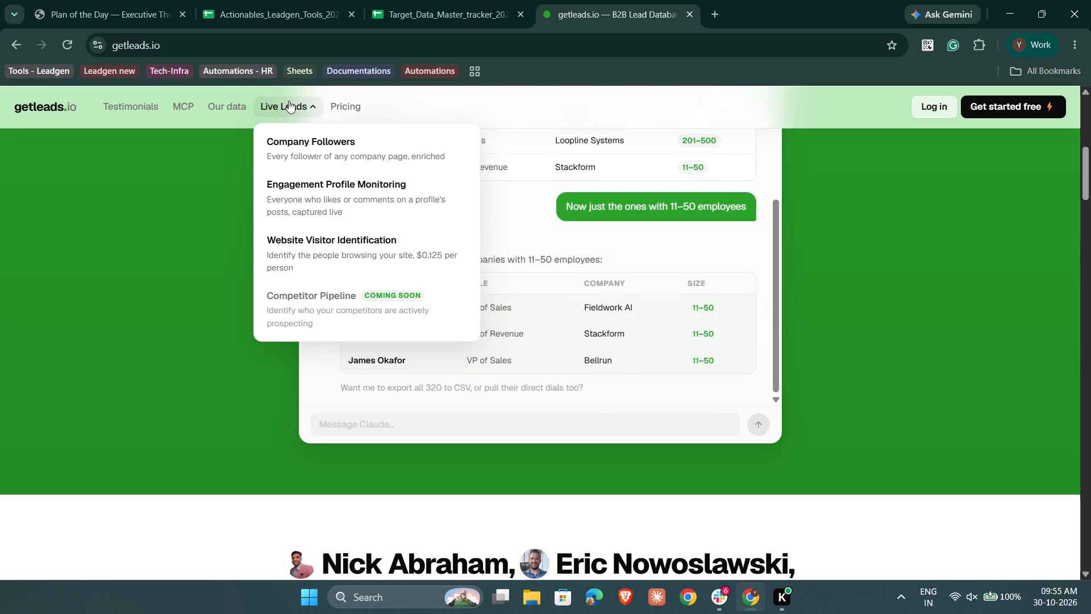
pyautogui.click(289, 101)
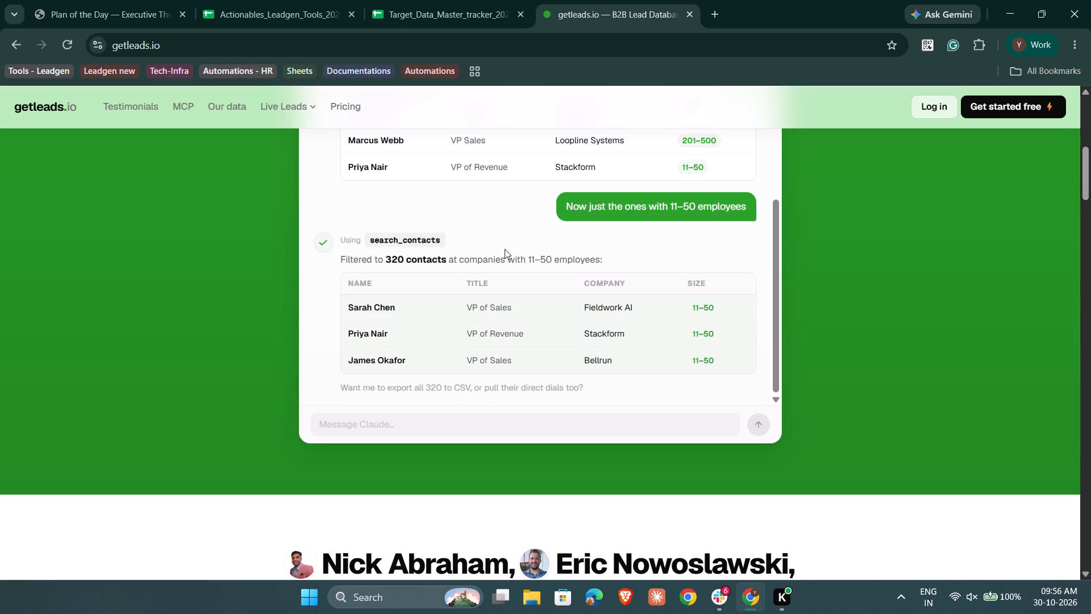
pyautogui.scroll(2, 531, 285)
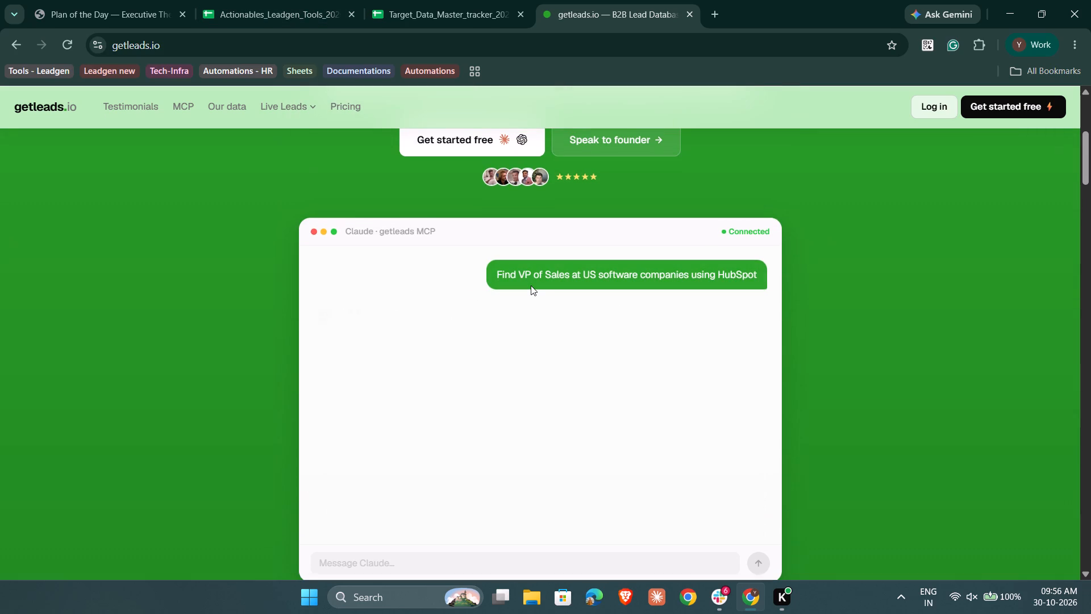
pyautogui.scroll(3, 531, 285)
pyautogui.scroll(3, 421, 339)
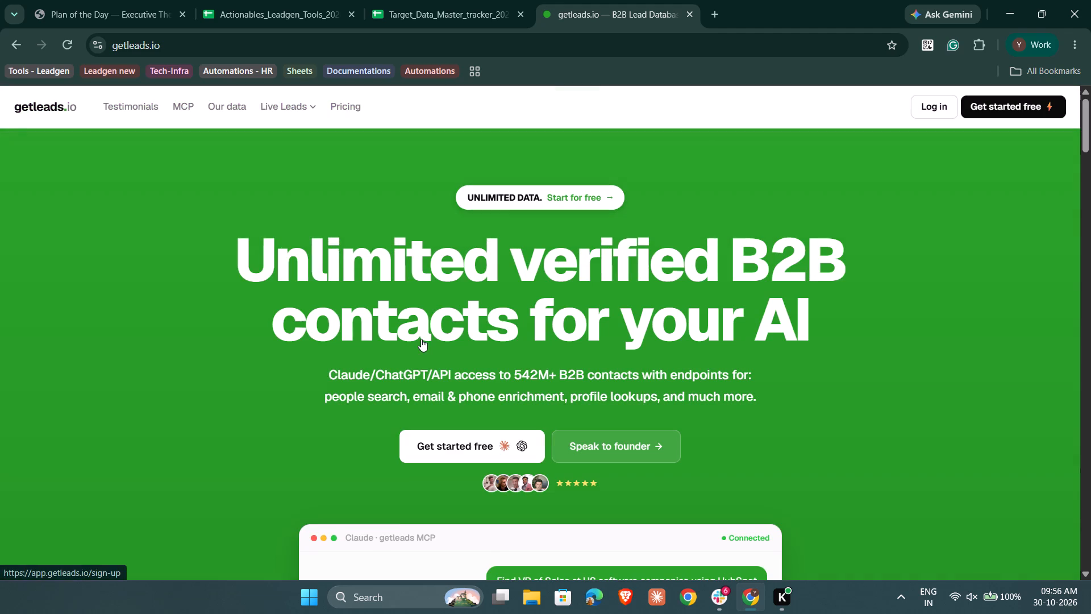
pyautogui.scroll(1, 421, 339)
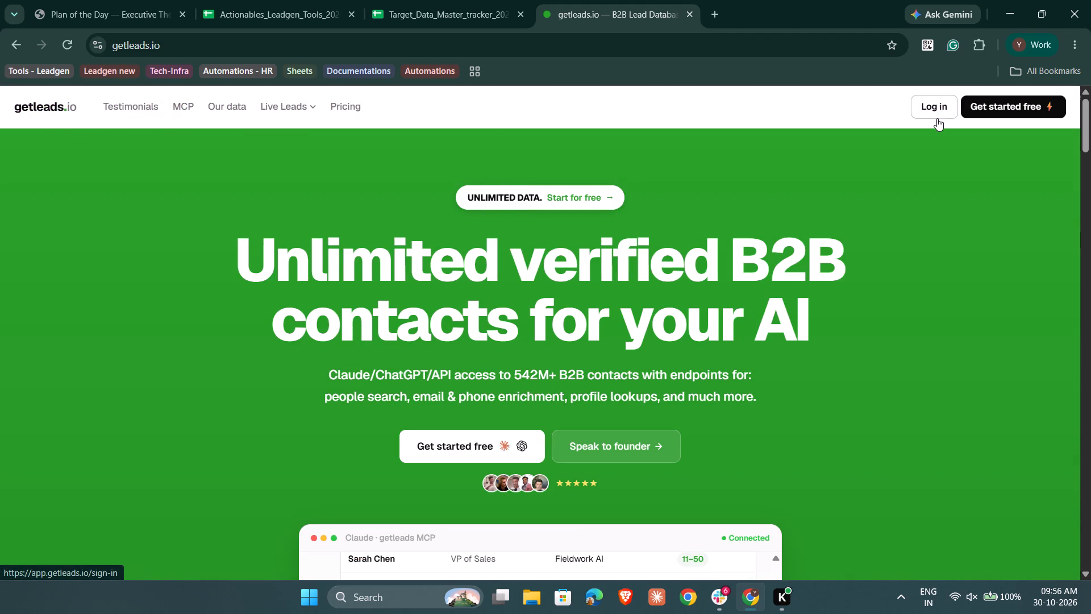
pyautogui.scroll(-2, 781, 316)
pyautogui.scroll(1, 781, 316)
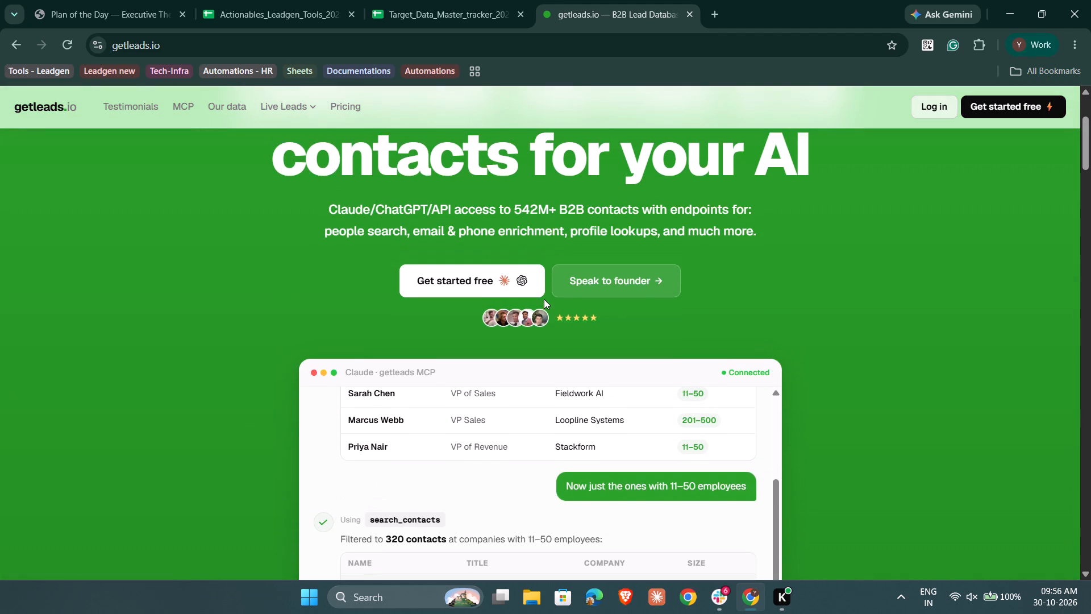
pyautogui.scroll(-2, 672, 351)
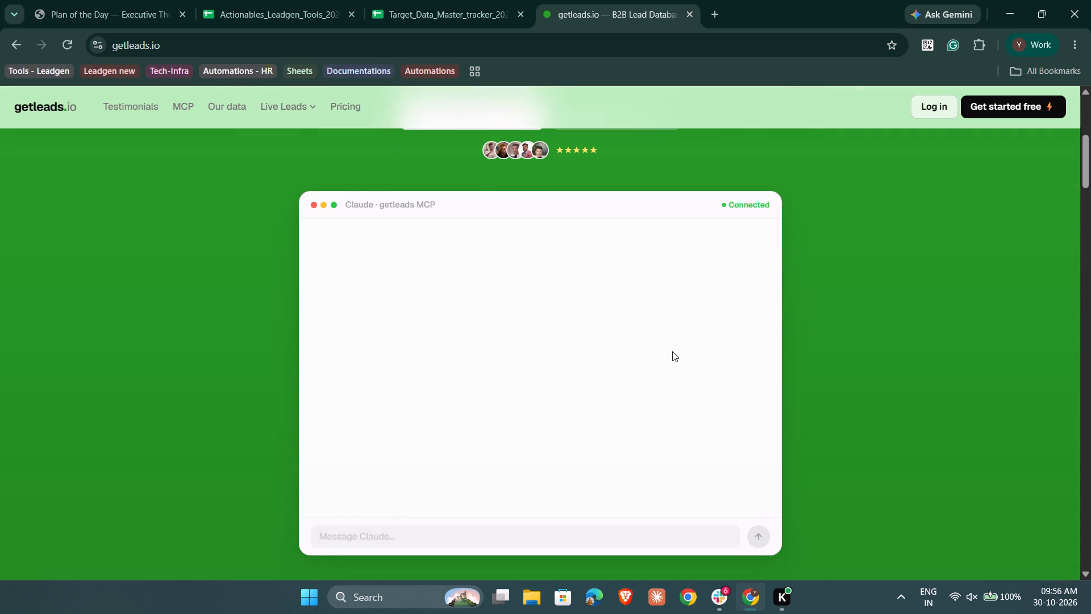
pyautogui.scroll(-6, 672, 351)
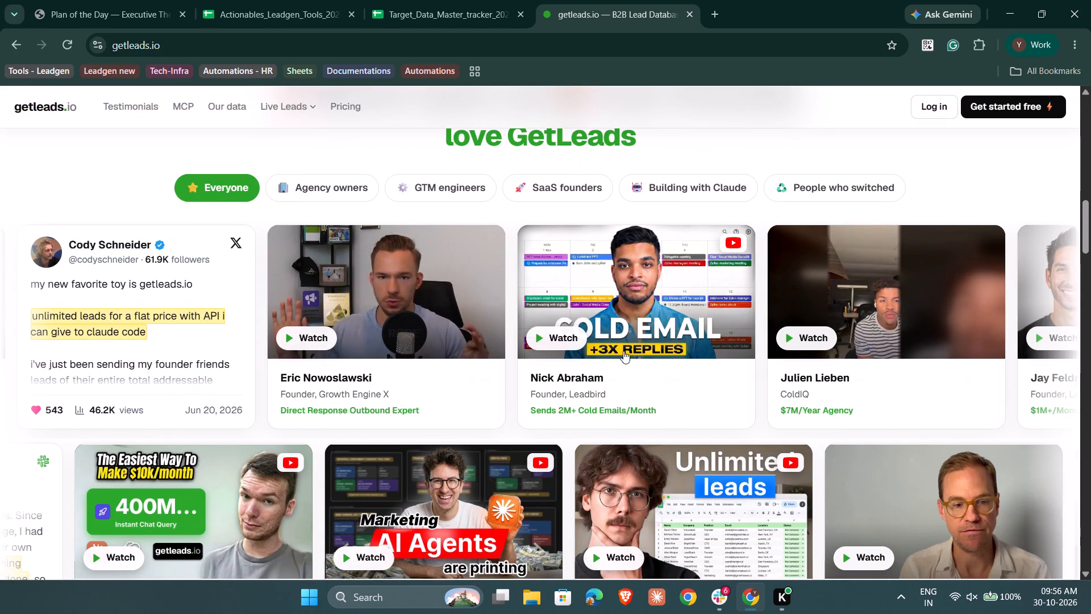
pyautogui.scroll(-2, 288, 412)
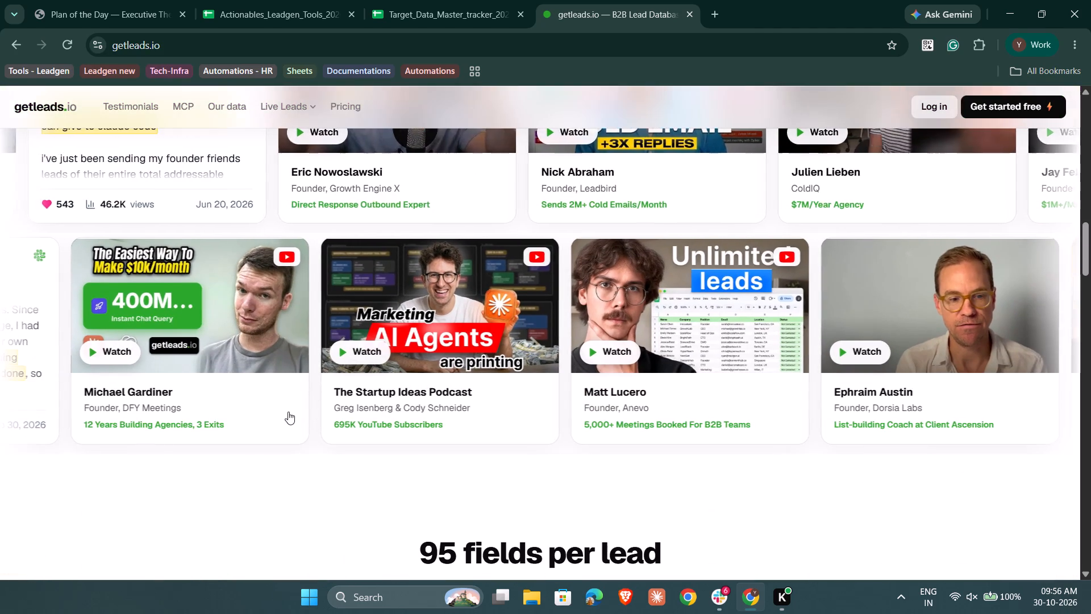
# Examine the per-lead data fields getleads.io offers for contacts and companies, checking the Contact, Job, Location and Profile categories.
pyautogui.scroll(-5, 288, 412)
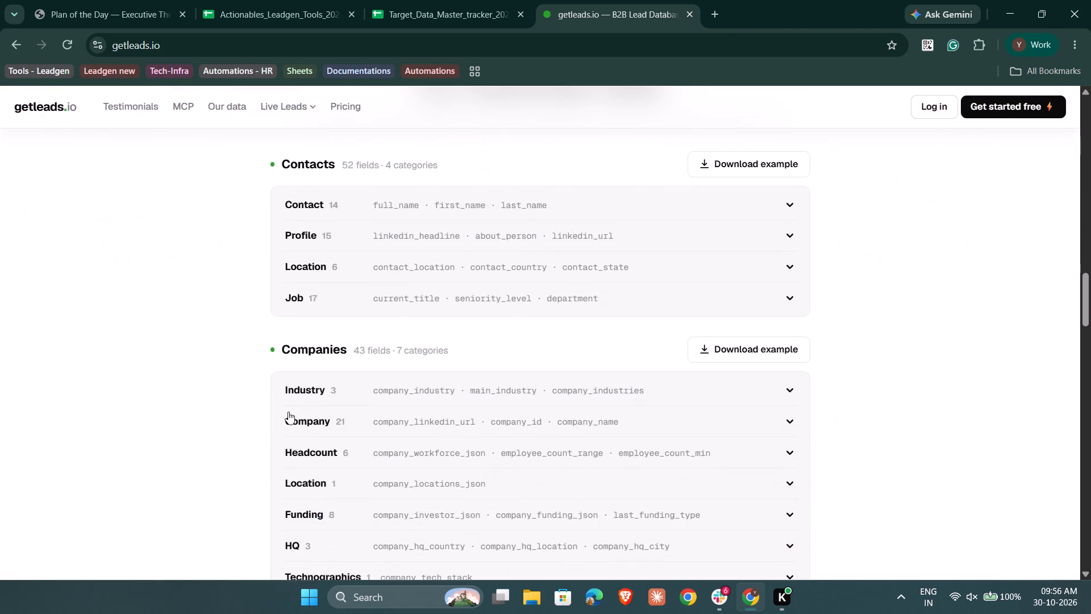
pyautogui.scroll(-2, 288, 412)
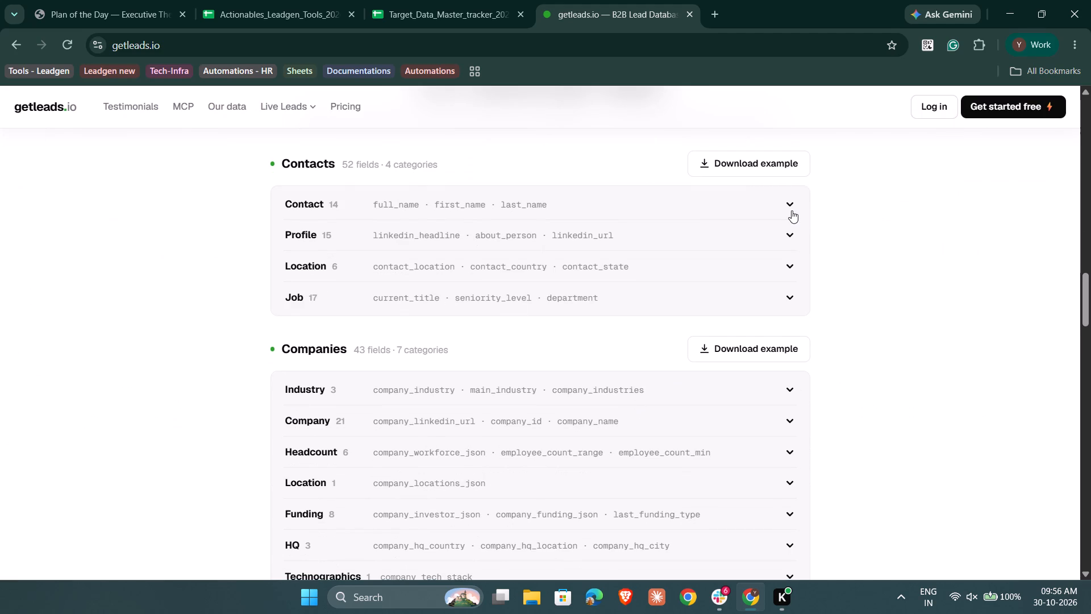
pyautogui.click(792, 210)
pyautogui.click(792, 210)
pyautogui.click(780, 297)
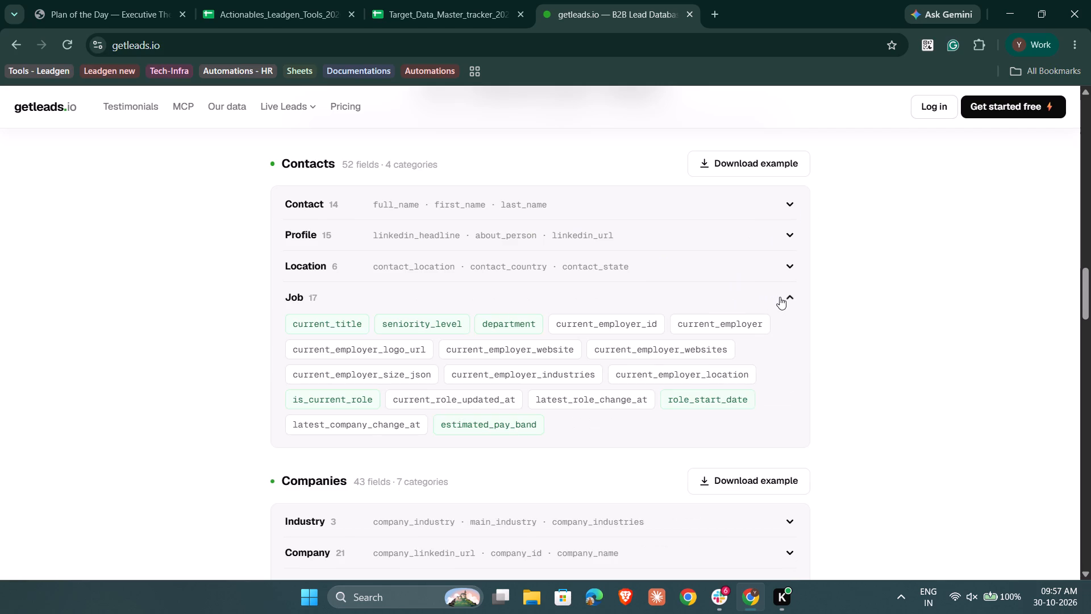
pyautogui.click(780, 297)
pyautogui.click(784, 274)
pyautogui.click(784, 274)
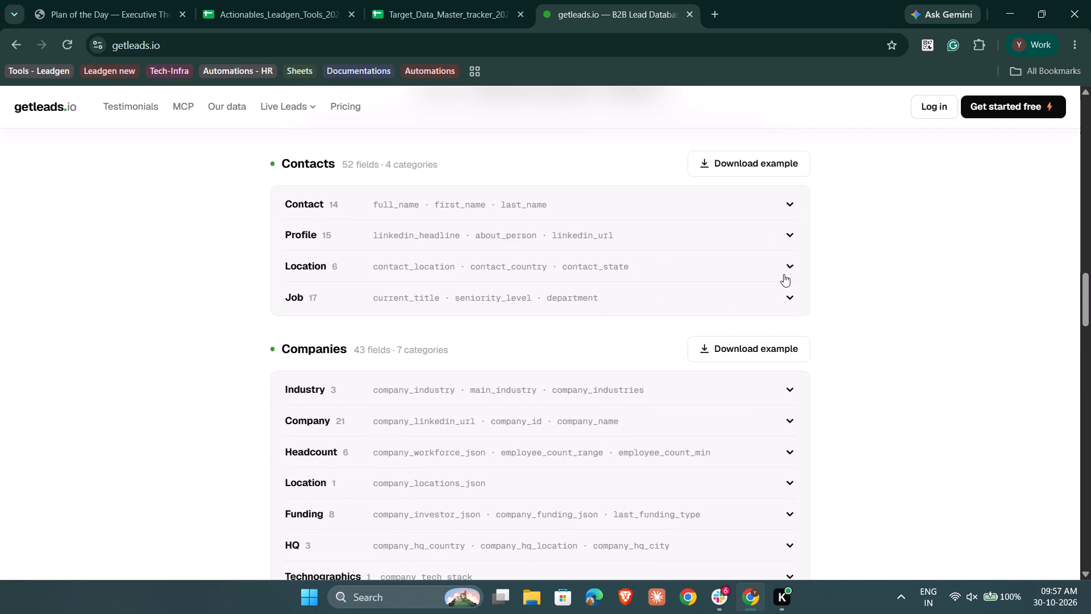
pyautogui.click(769, 243)
pyautogui.click(769, 243)
pyautogui.scroll(-3, 669, 416)
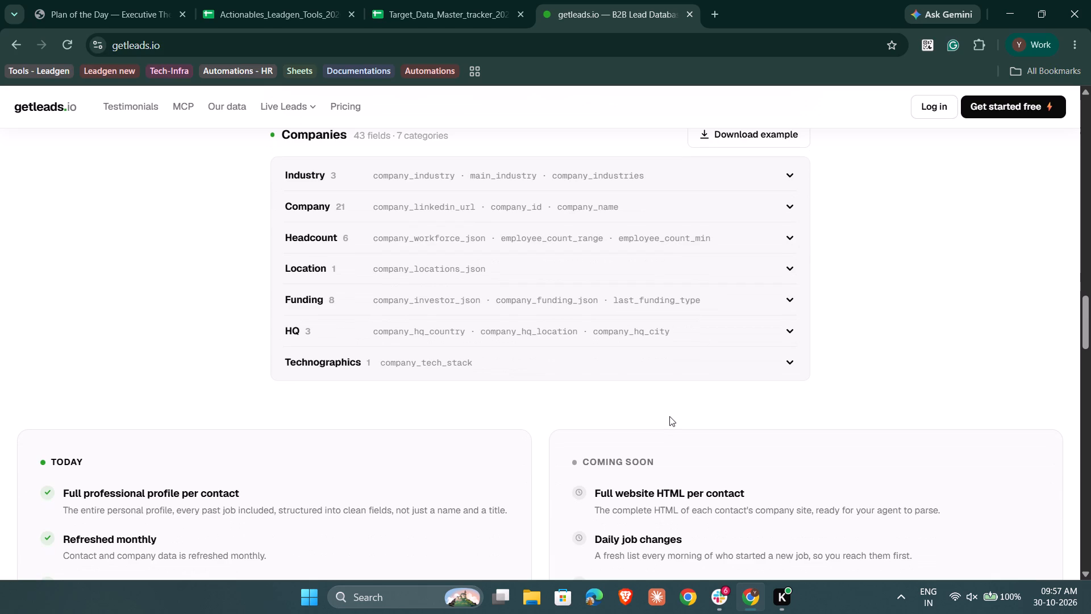